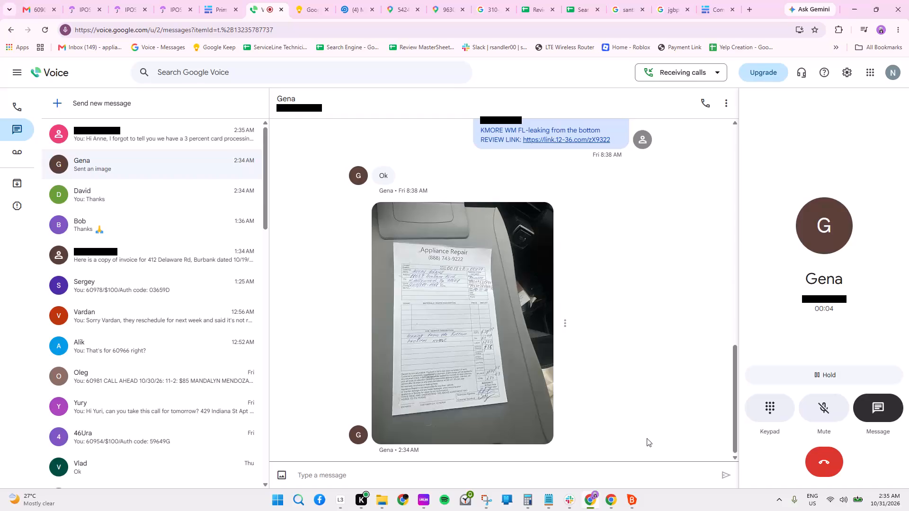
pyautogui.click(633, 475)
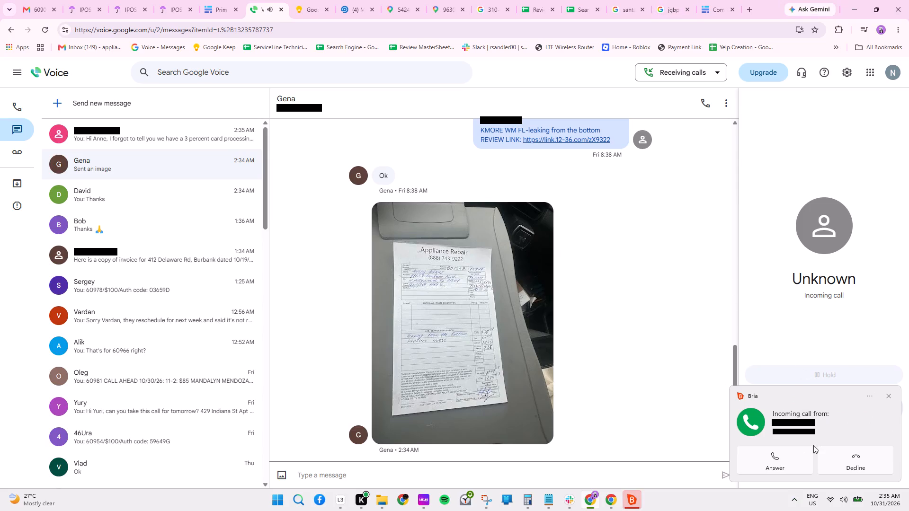
# Answer the incoming call in Bria and place it on hold.
pyautogui.click(787, 462)
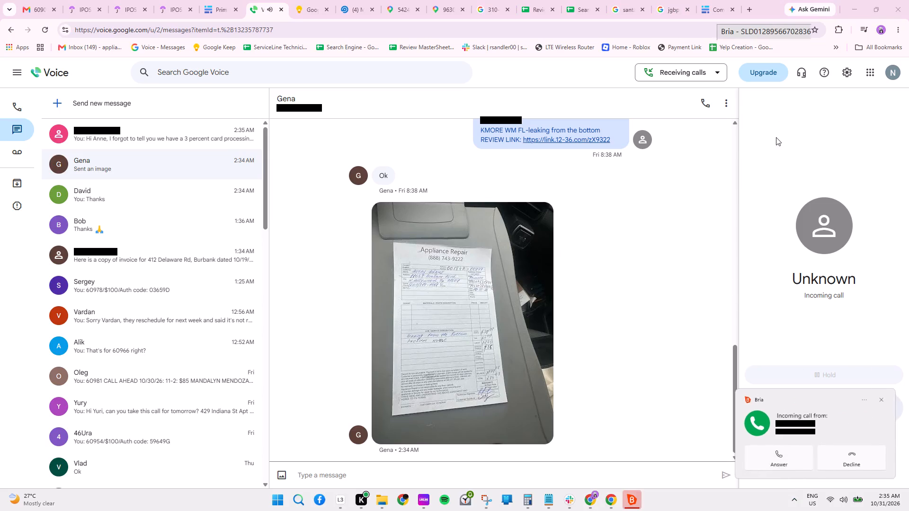
pyautogui.click(751, 171)
# Answer the unknown caller's incoming call in Google Voice and minimize the Bria window.
pyautogui.click(845, 463)
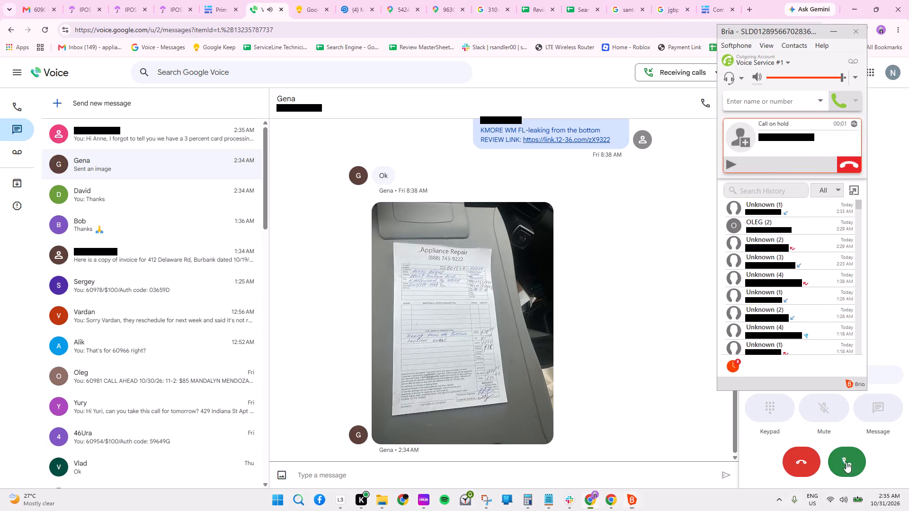
pyautogui.click(663, 276)
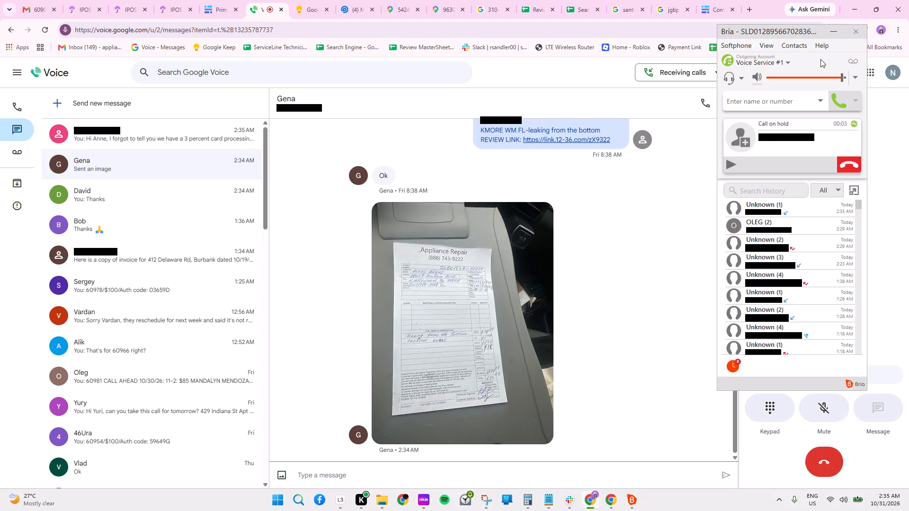
pyautogui.click(835, 32)
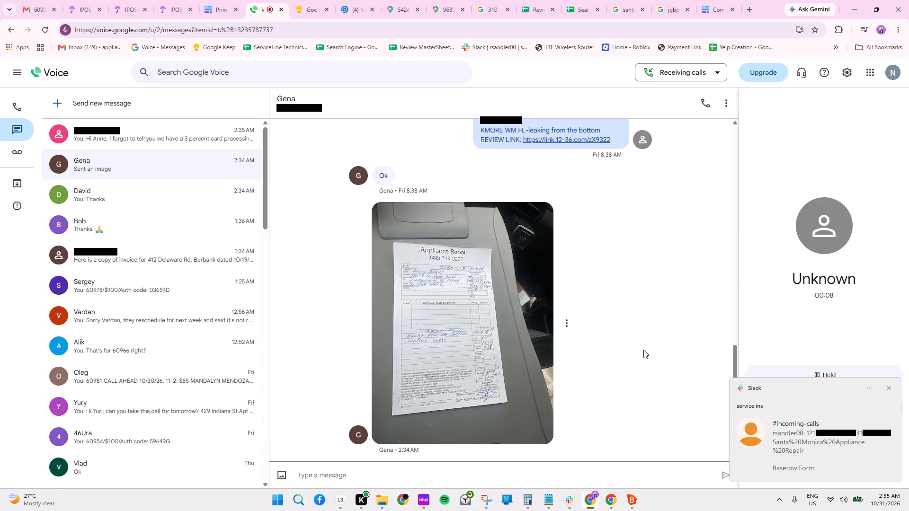
pyautogui.click(121, 11)
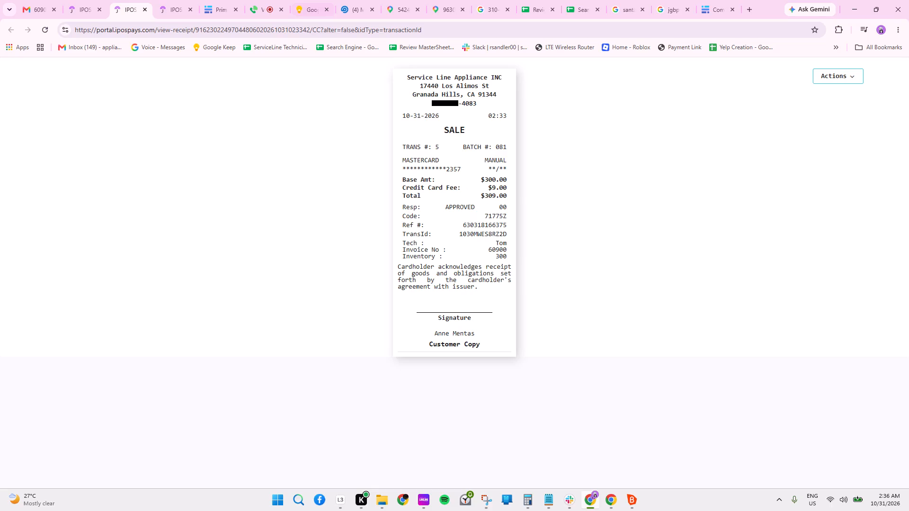
pyautogui.click(845, 75)
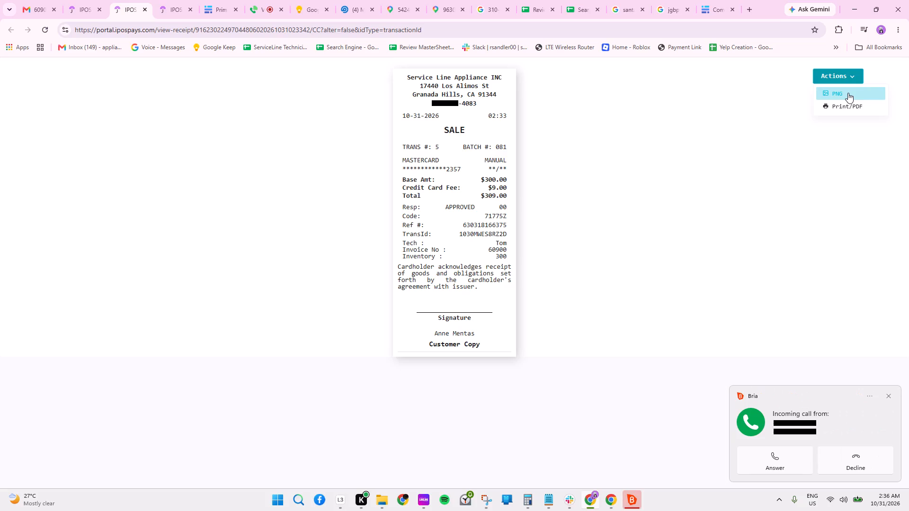
# Bring up the Bria window and hang up the ongoing call in Google Voice.
pyautogui.click(629, 502)
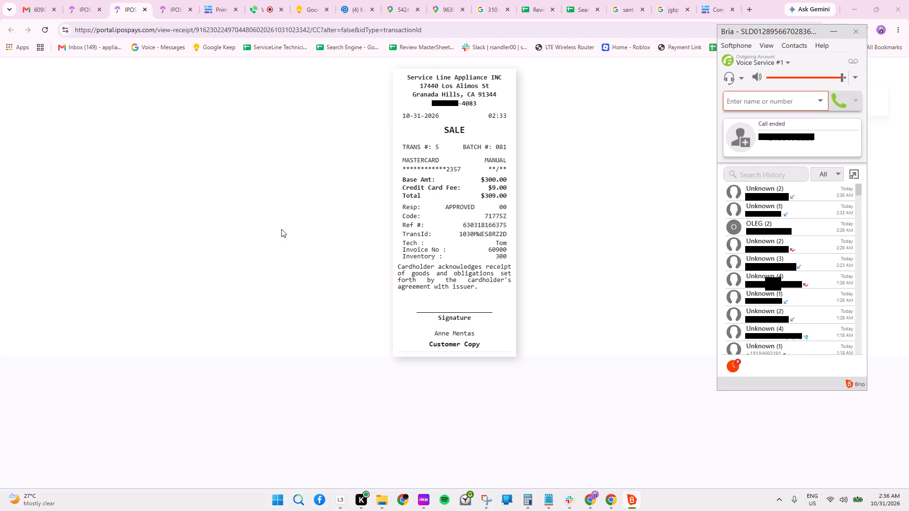
pyautogui.click(261, 11)
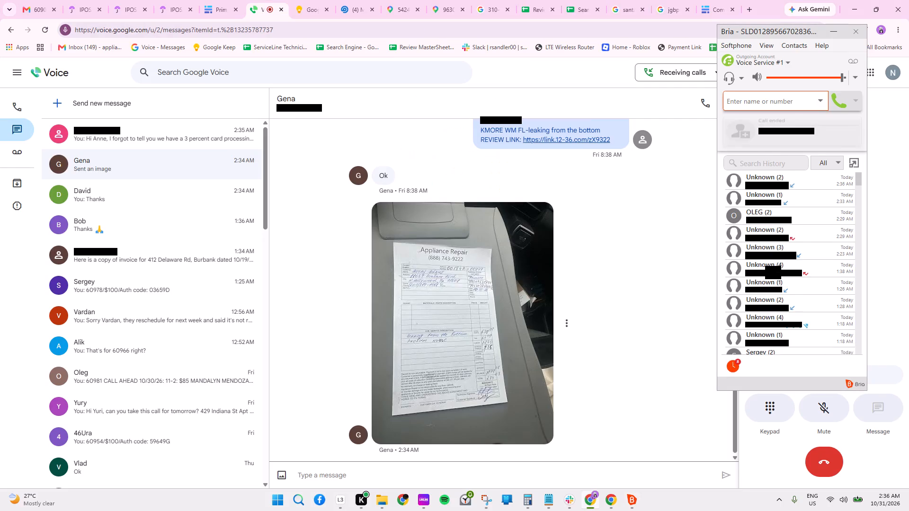
pyautogui.click(668, 475)
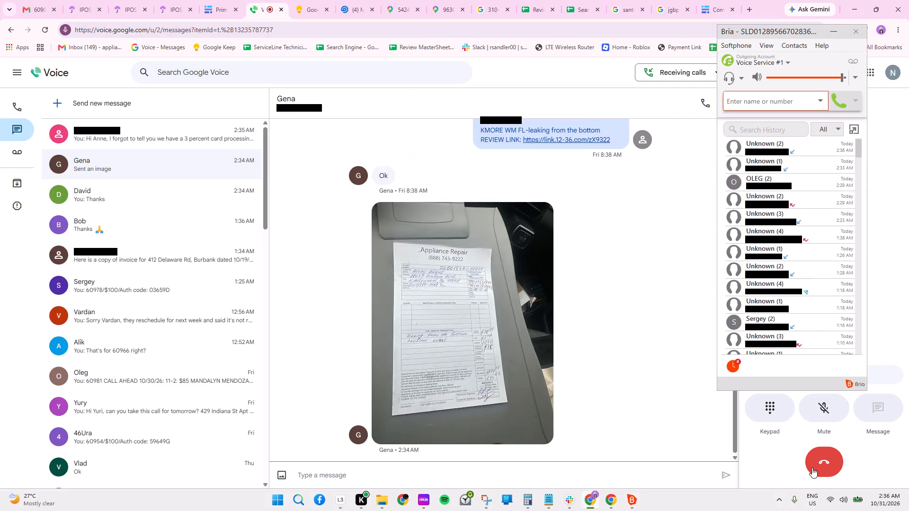
pyautogui.click(817, 467)
pyautogui.click(314, 232)
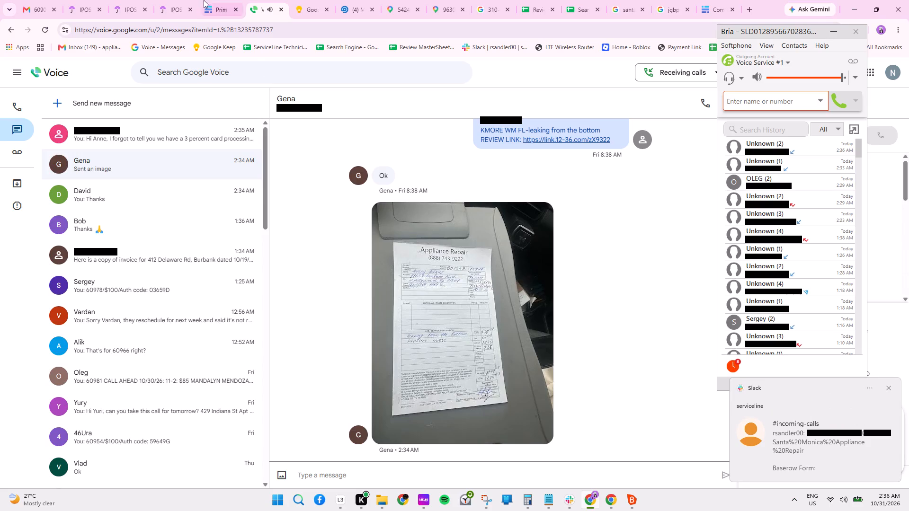
pyautogui.click(219, 10)
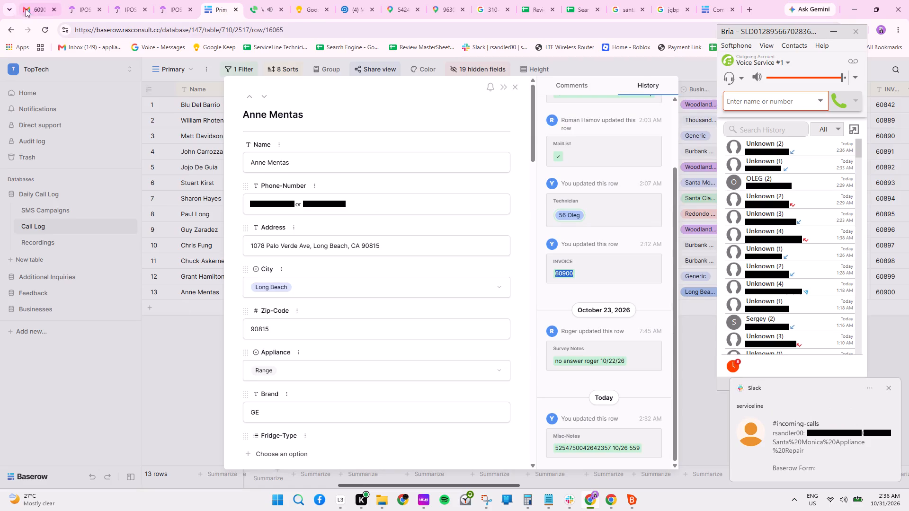
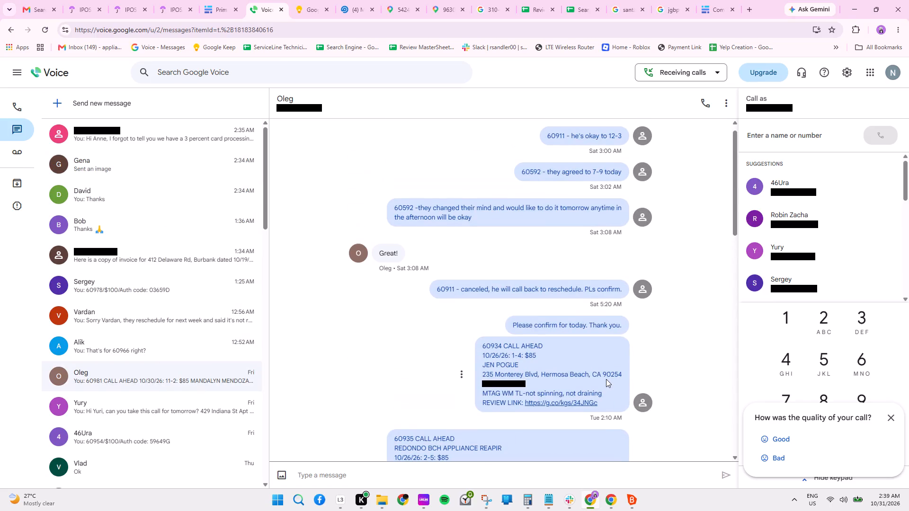
# Look back through the older messages in Oleg's conversation, examining the service-call details sent around October 23.
pyautogui.scroll(7, 606, 379)
pyautogui.scroll(4, 487, 296)
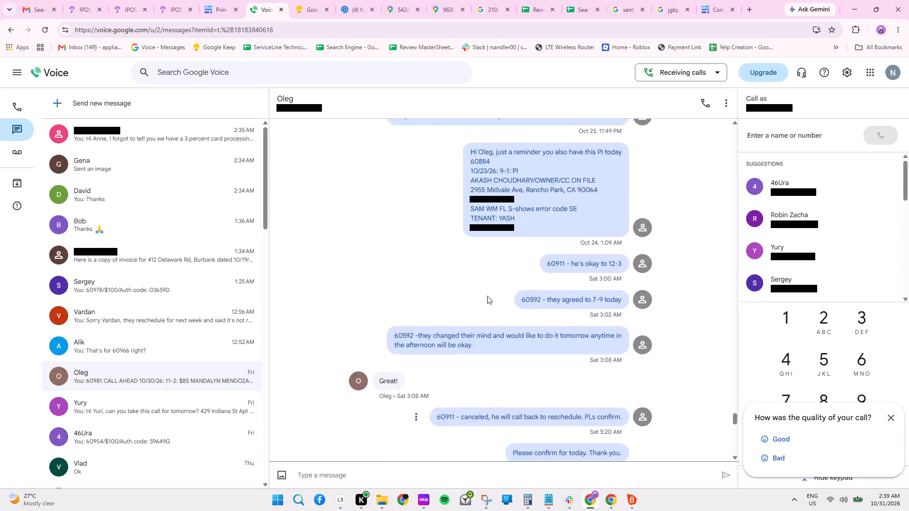
pyautogui.scroll(9, 487, 296)
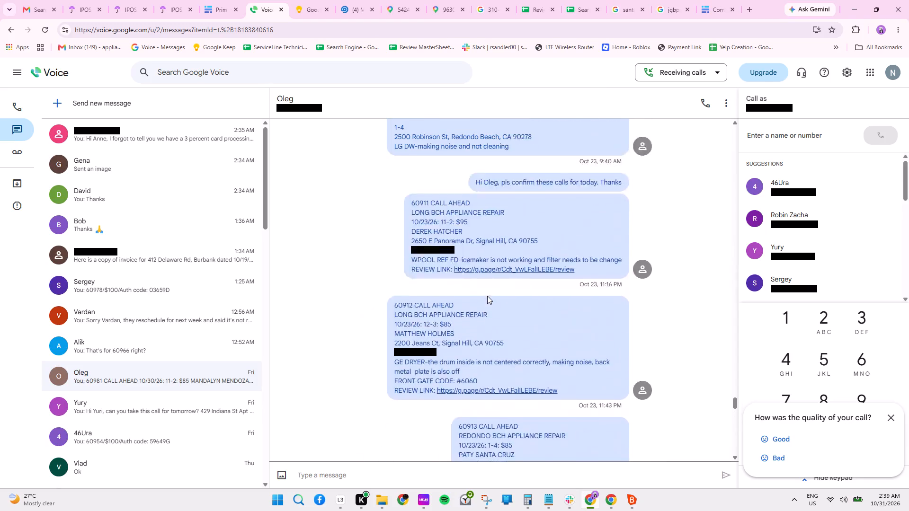
pyautogui.scroll(4, 483, 301)
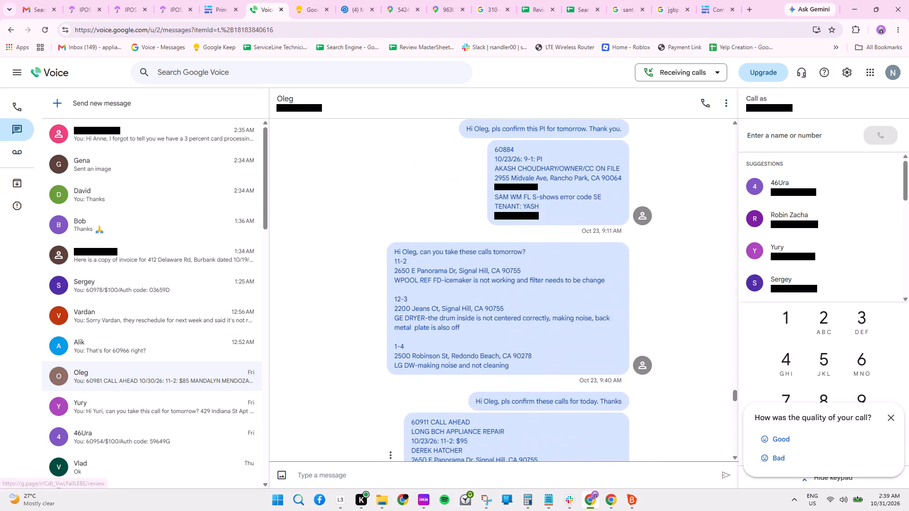
pyautogui.scroll(12, 482, 301)
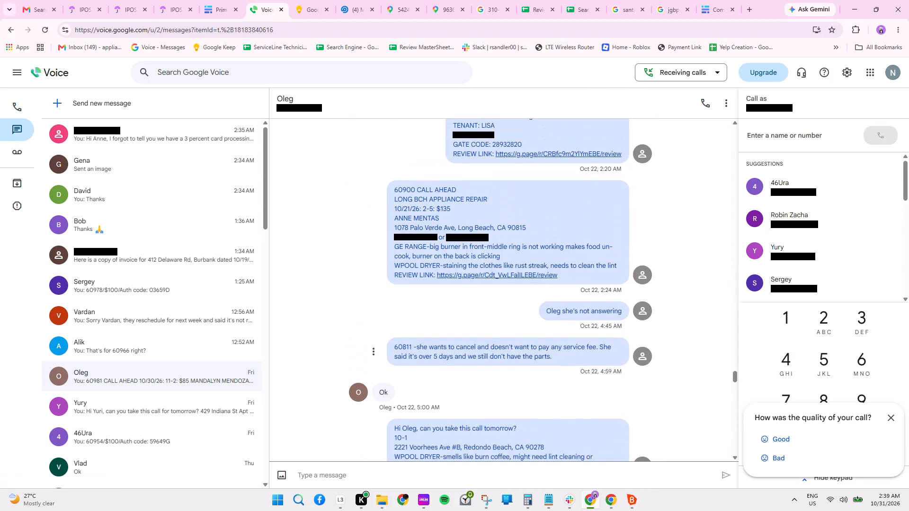
pyautogui.click(396, 190)
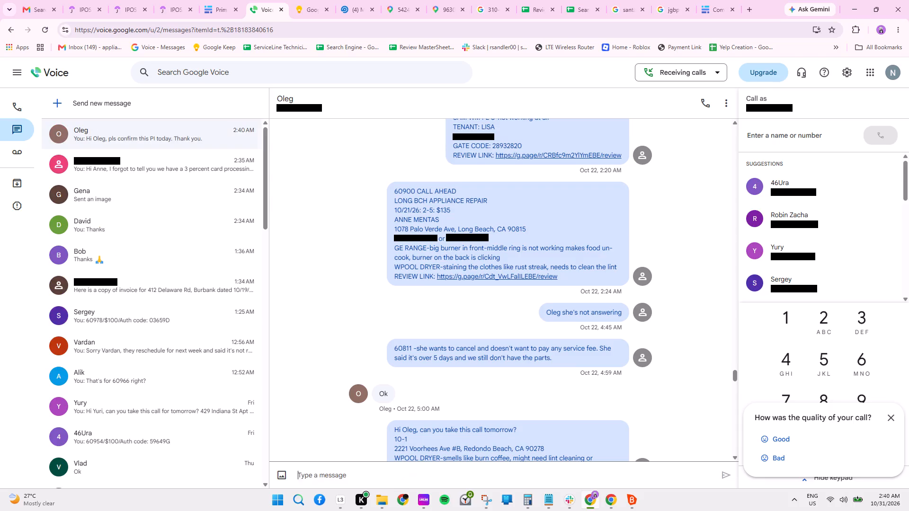
pyautogui.hotkey('ctrl', 'v')
pyautogui.scroll(3, 338, 457)
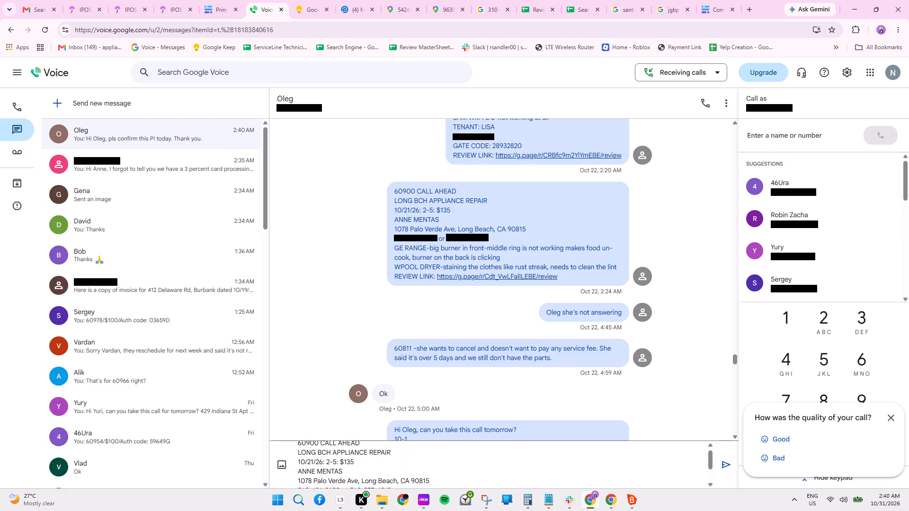
pyautogui.scroll(3, 339, 457)
pyautogui.moveTo(321, 445); pyautogui.dragTo(388, 456)
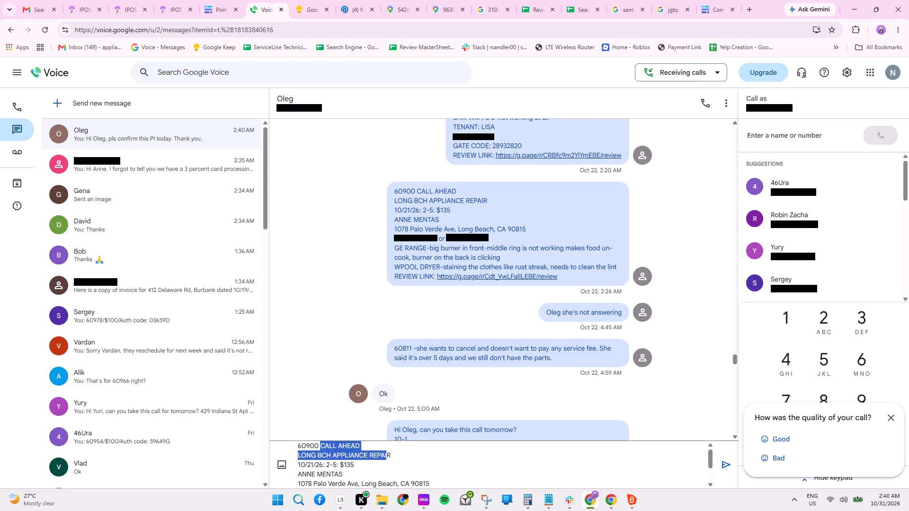
pyautogui.moveTo(388, 456); pyautogui.dragTo(393, 456)
pyautogui.press('BackSpace')
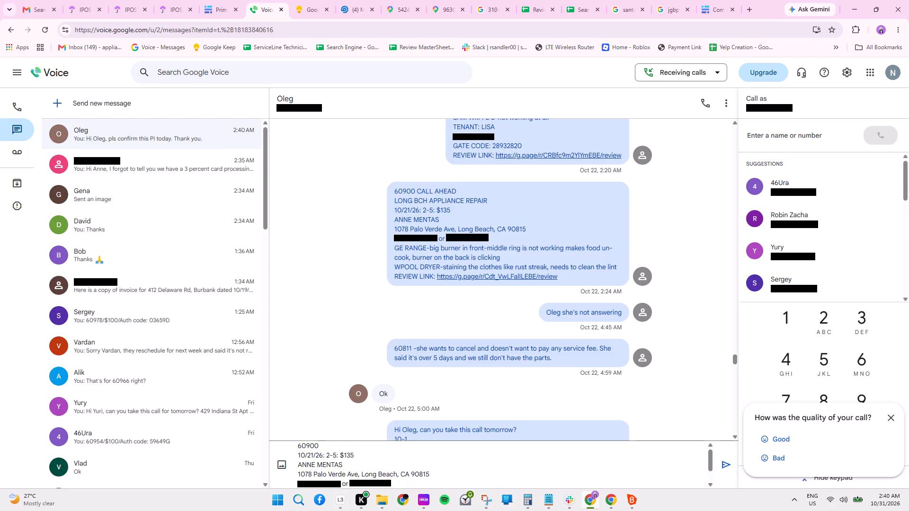
# Change the schedule line of the drafted 60900 message to "10/30/26: 3-6: PI".
pyautogui.click(311, 454)
pyautogui.click(313, 454)
pyautogui.press('BackSpace')
pyautogui.press('BackSpace')
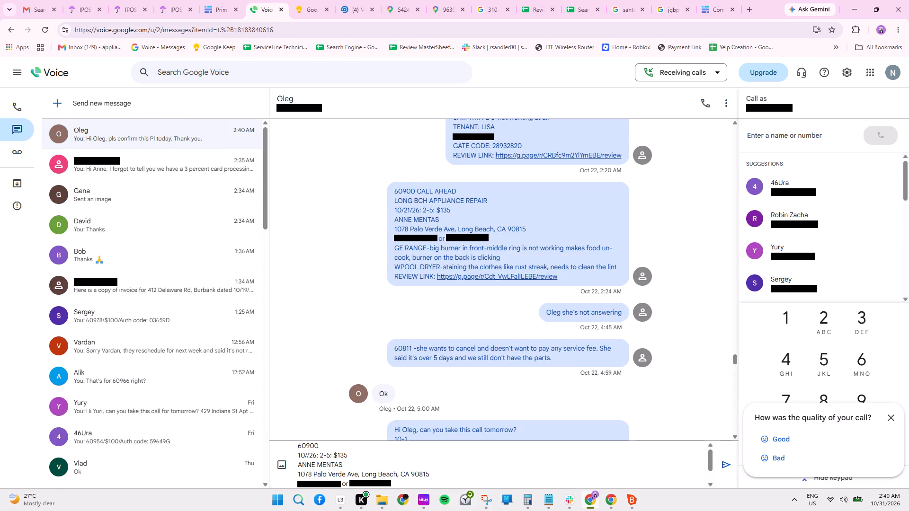
pyautogui.write('30')
pyautogui.moveTo(329, 457); pyautogui.dragTo(373, 458)
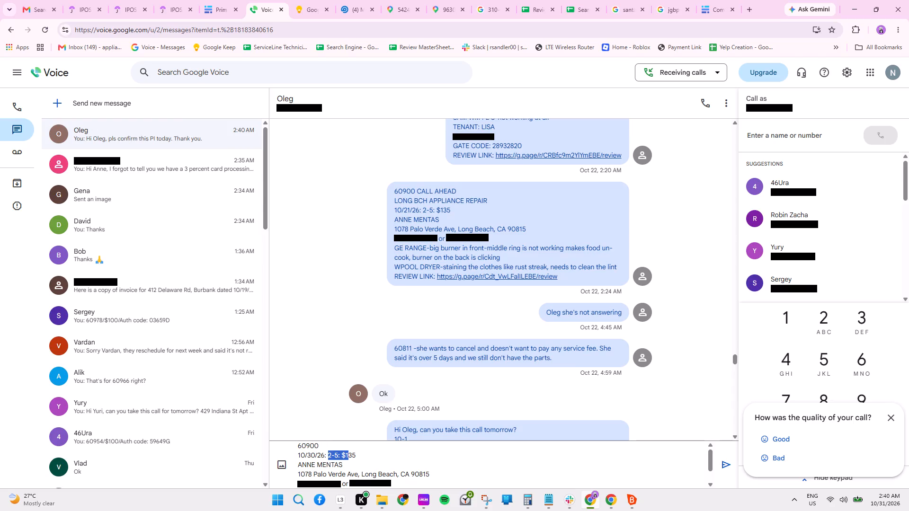
pyautogui.write('3-6')
pyautogui.write(': PI')
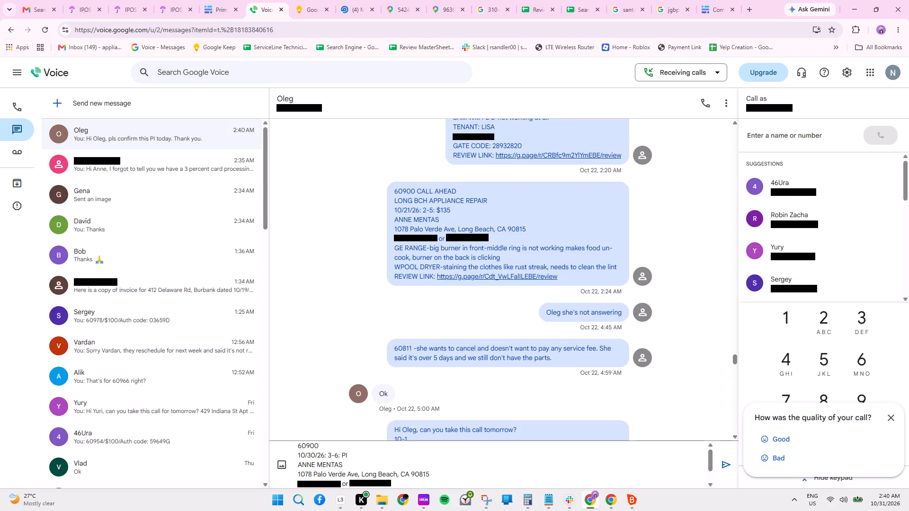
pyautogui.scroll(-1, 542, 476)
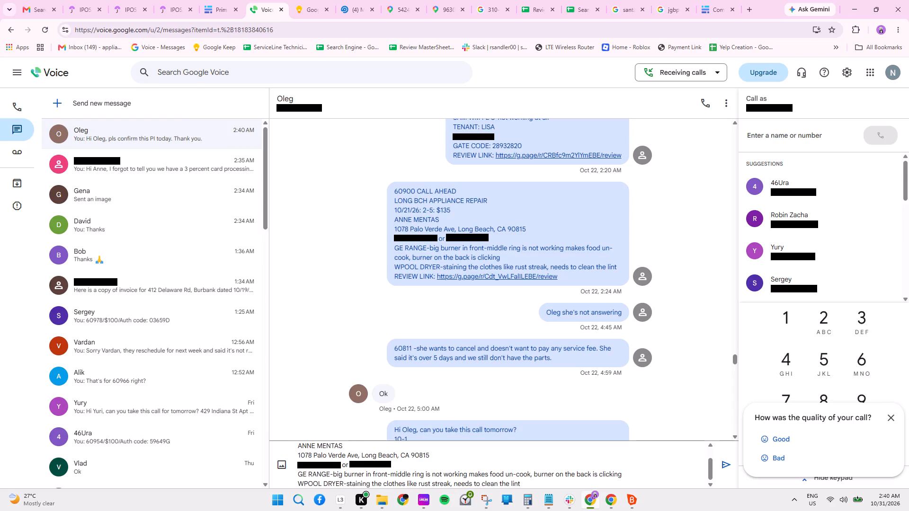
# Review the drafted 60900 job details and send them to Oleg.
pyautogui.scroll(5, 542, 476)
pyautogui.scroll(-10, 542, 476)
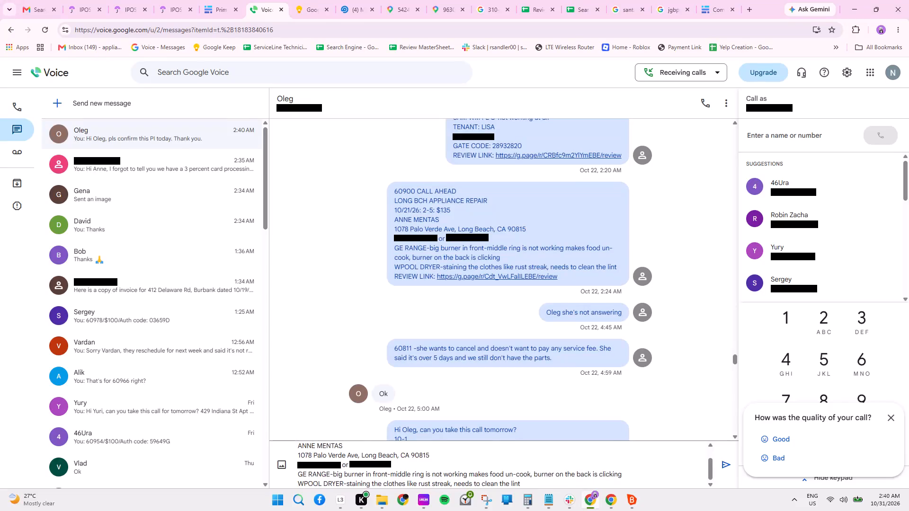
pyautogui.scroll(4, 542, 476)
pyautogui.scroll(-14, 542, 476)
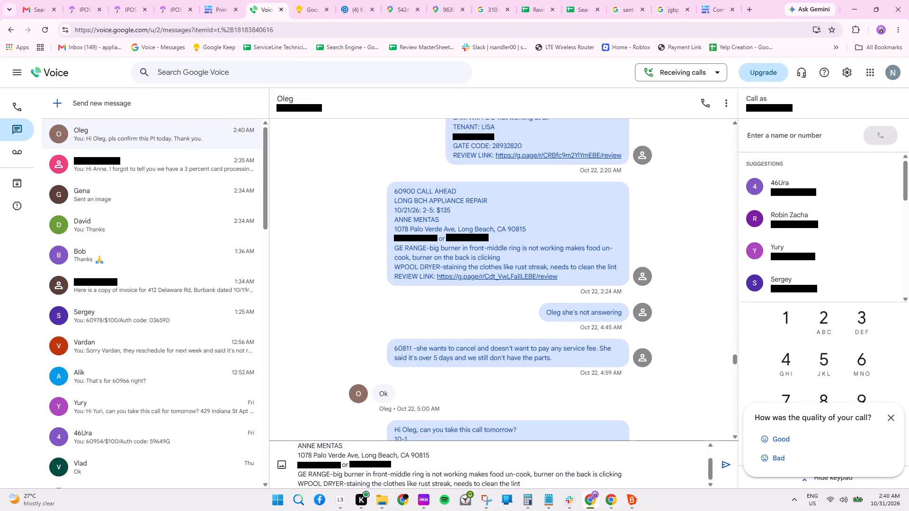
pyautogui.click(726, 463)
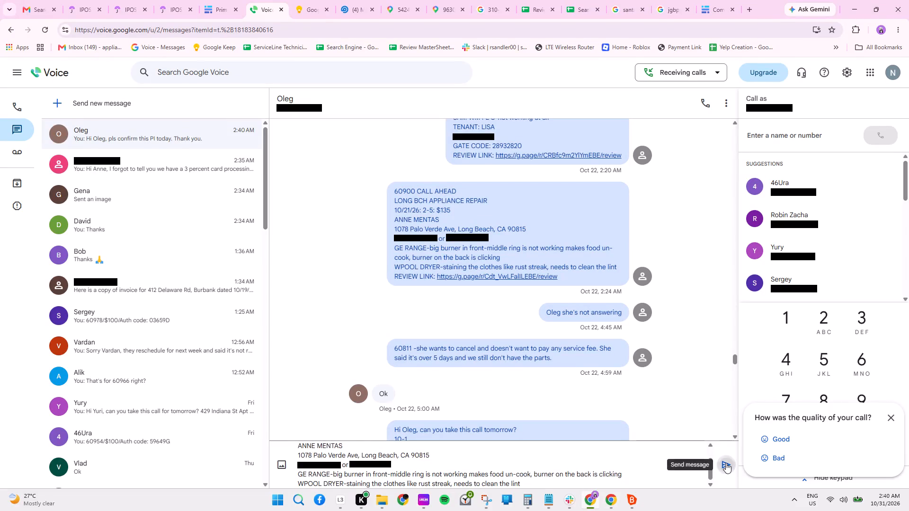
# Rate the call quality as Good and view the latest messages in Oleg's conversation.
pyautogui.scroll(-20, 679, 362)
pyautogui.scroll(-13, 679, 362)
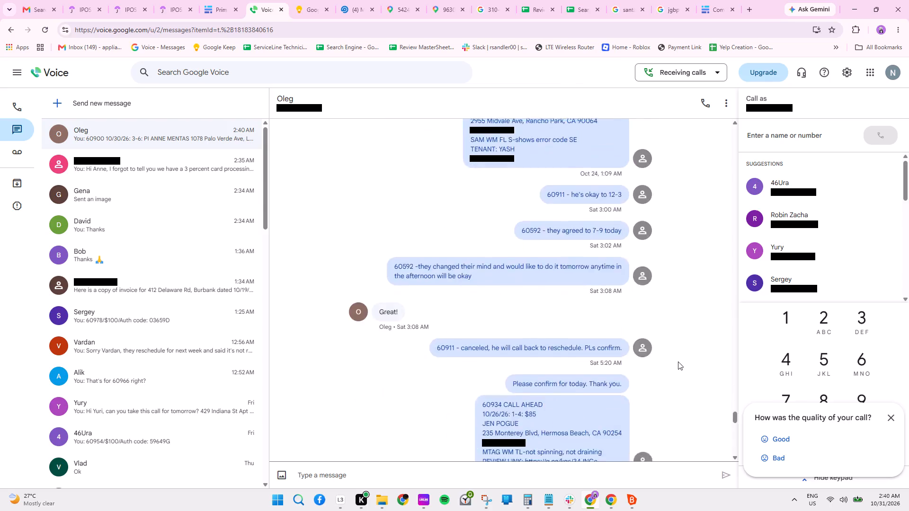
pyautogui.scroll(-12, 678, 361)
pyautogui.click(779, 433)
pyautogui.scroll(-17, 609, 369)
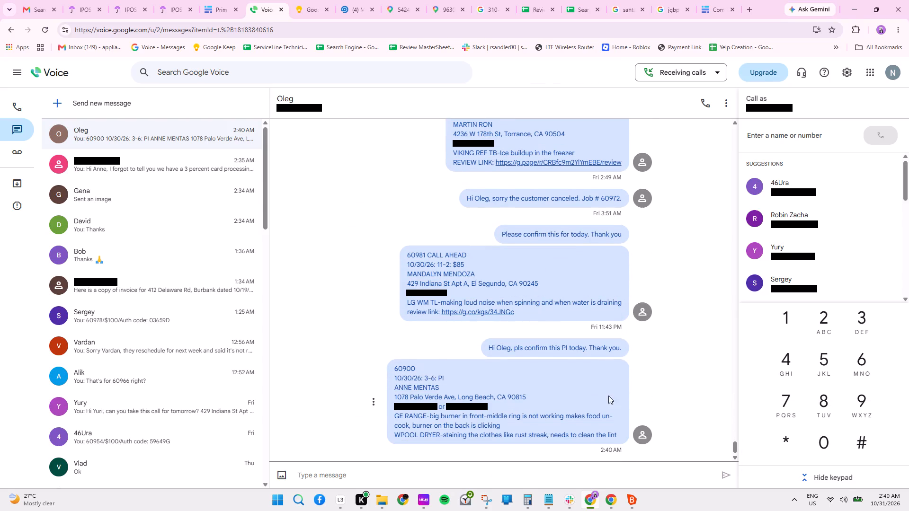
# Start a new message in Oleg's conversation.
pyautogui.click(439, 478)
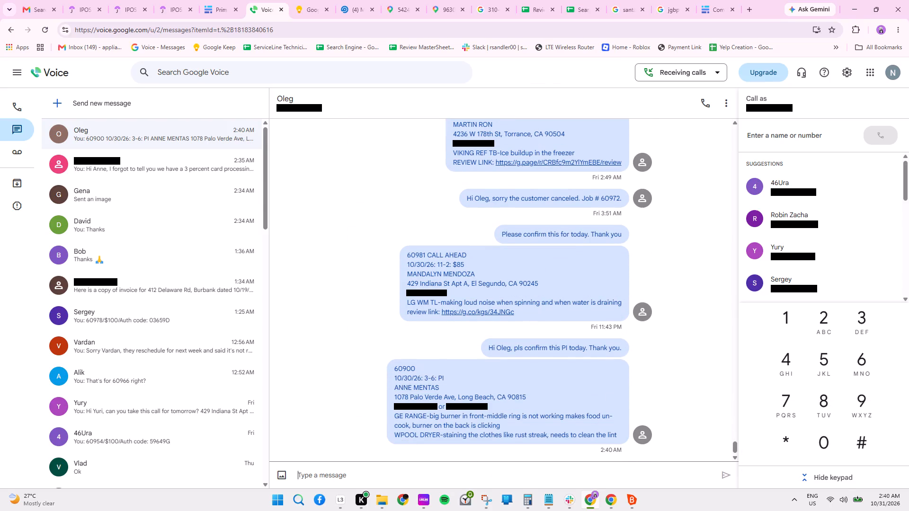
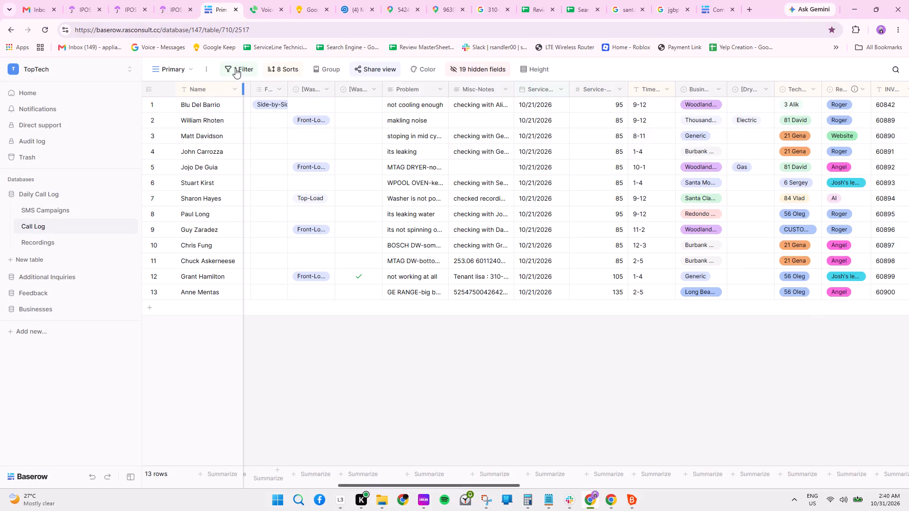
# Open the filter settings of the Call Log table's Primary view.
pyautogui.click(235, 68)
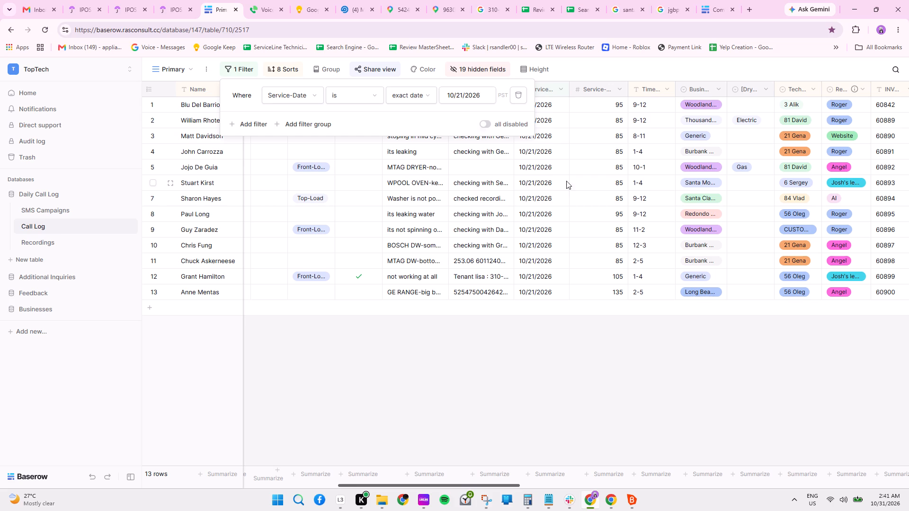
# Set the Call Log's Service-Date filter to the exact date 10/30/2026.
pyautogui.click(342, 384)
pyautogui.click(239, 68)
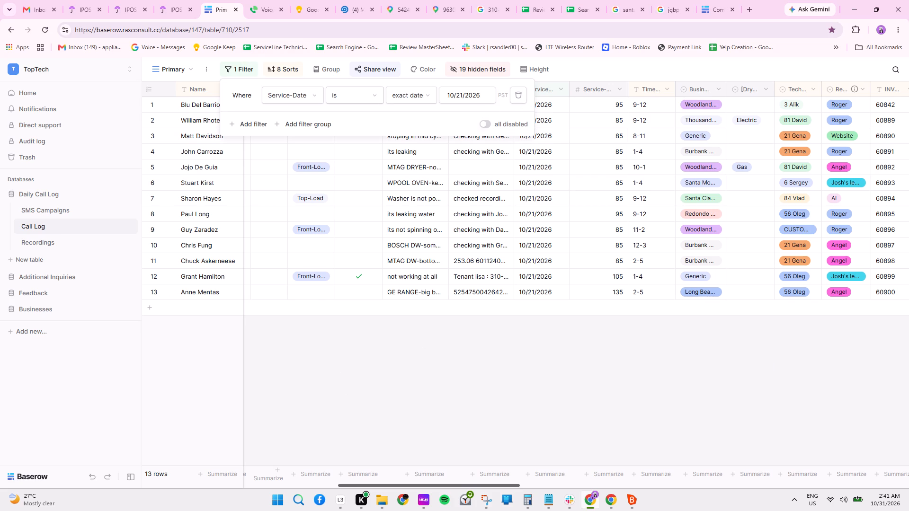
pyautogui.click(466, 97)
pyautogui.click(534, 230)
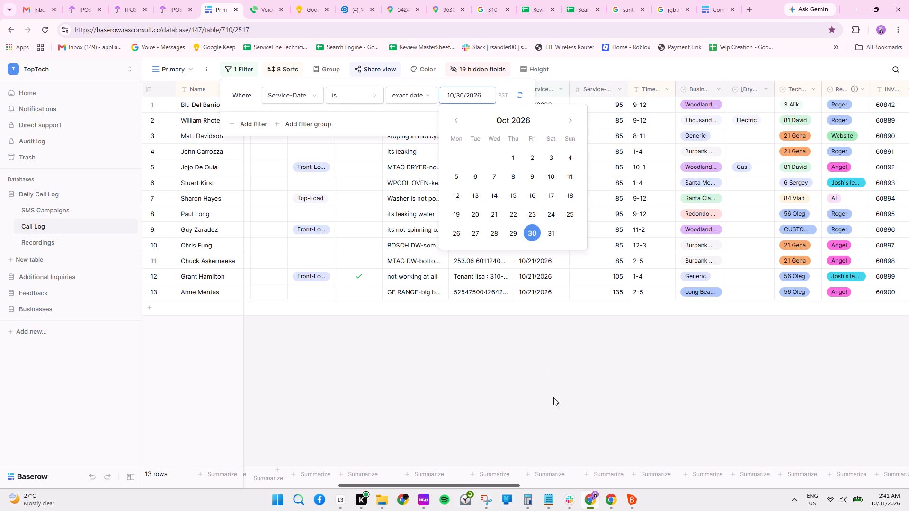
pyautogui.click(560, 420)
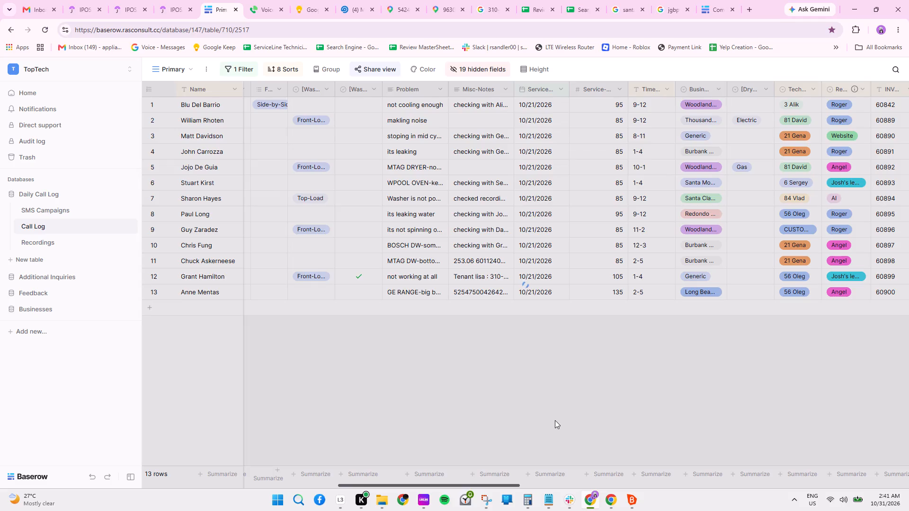
# Switch to Google Voice and examine the latest invoice photo sent in Gena's conversation.
pyautogui.click(263, 7)
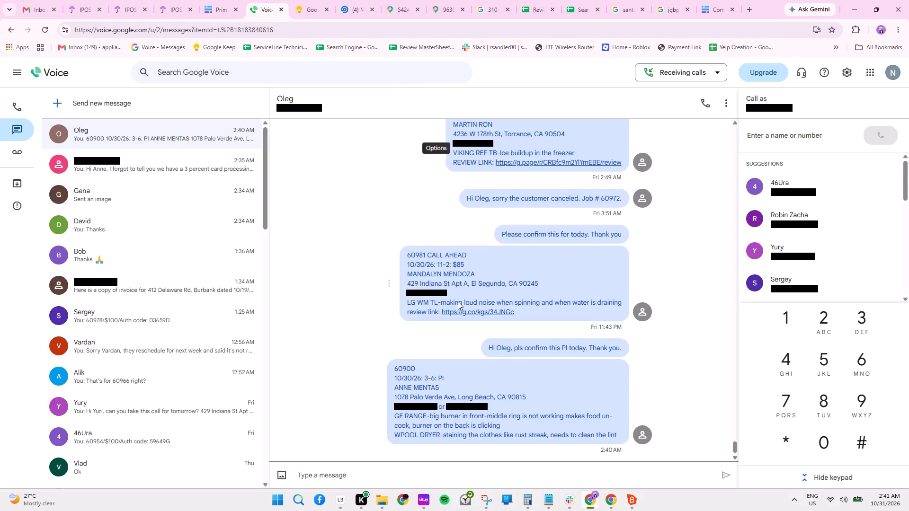
pyautogui.scroll(-5, 348, 310)
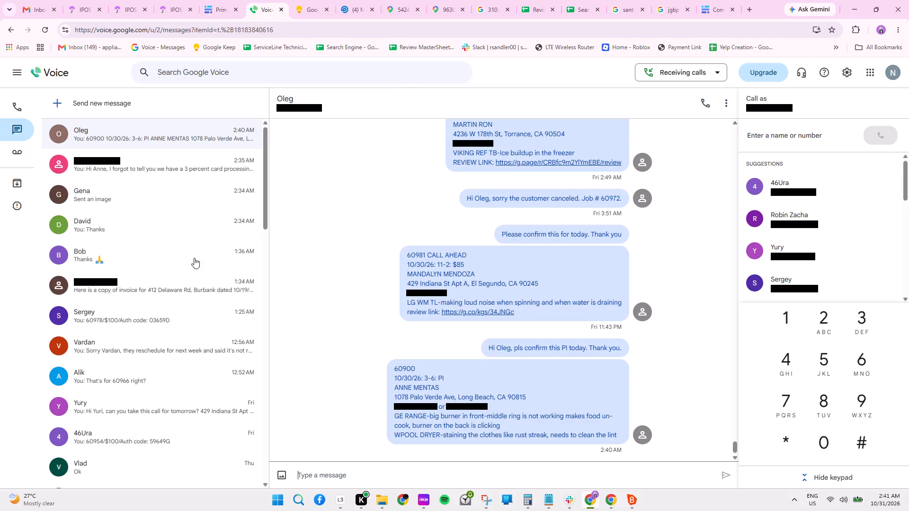
pyautogui.click(147, 201)
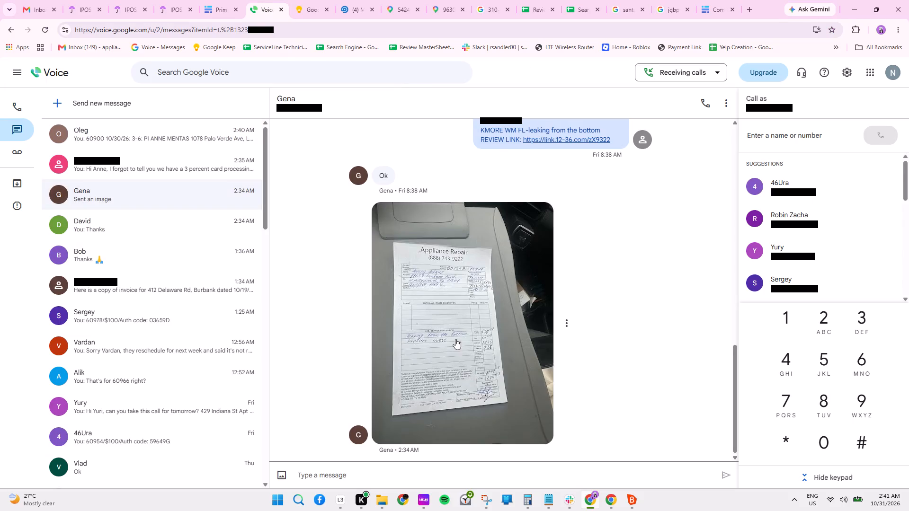
pyautogui.click(418, 327)
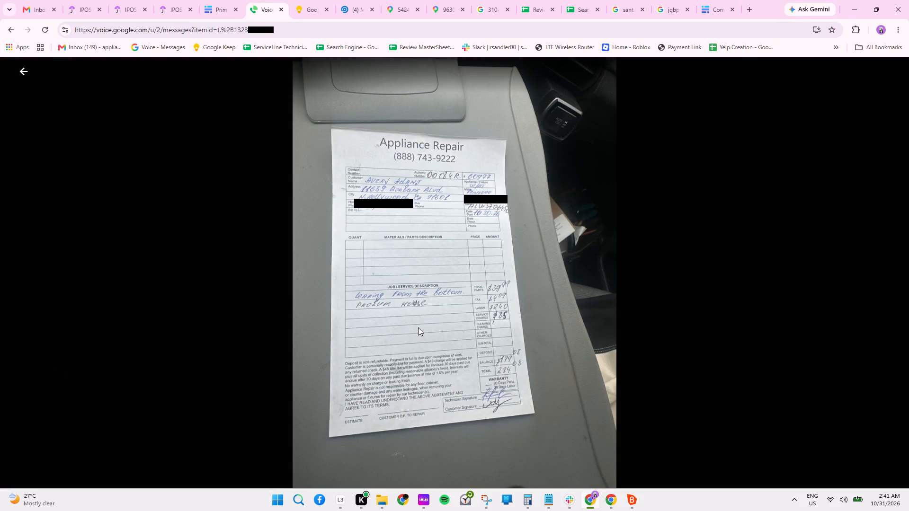
pyautogui.click(22, 70)
pyautogui.scroll(5, 600, 281)
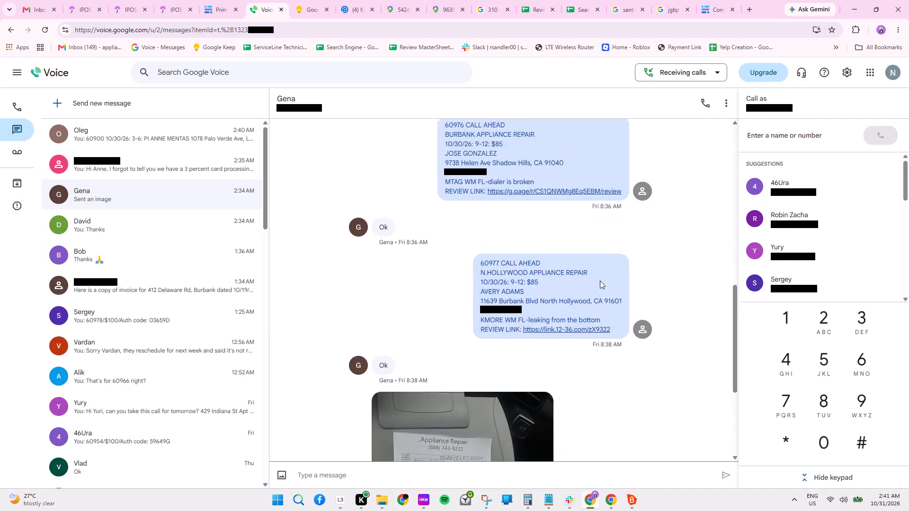
pyautogui.scroll(1, 600, 281)
pyautogui.scroll(-2, 602, 336)
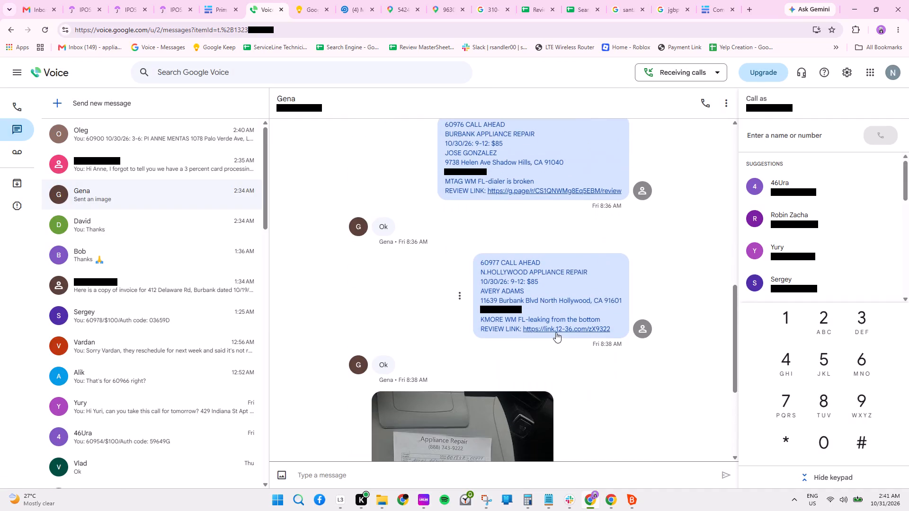
pyautogui.scroll(-4, 556, 332)
pyautogui.scroll(2, 535, 284)
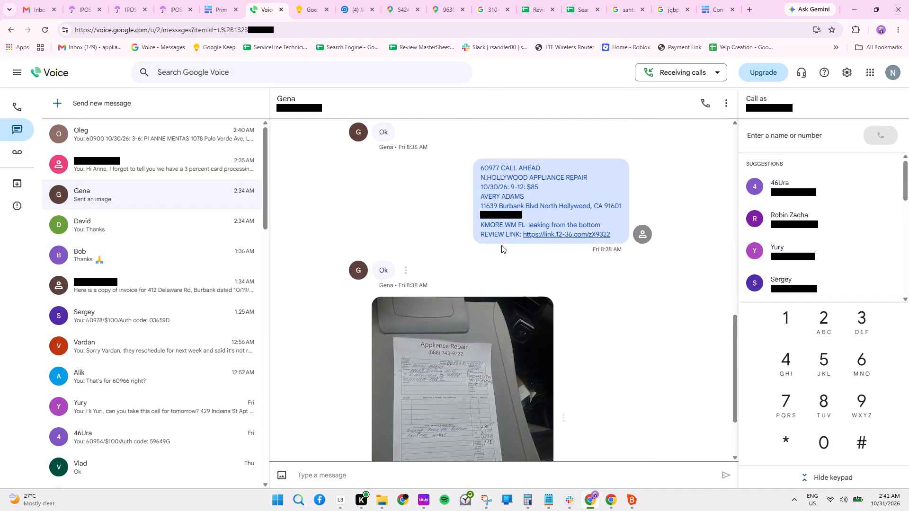
pyautogui.tripleClick(506, 217)
pyautogui.rightClick(505, 216)
pyautogui.click(547, 230)
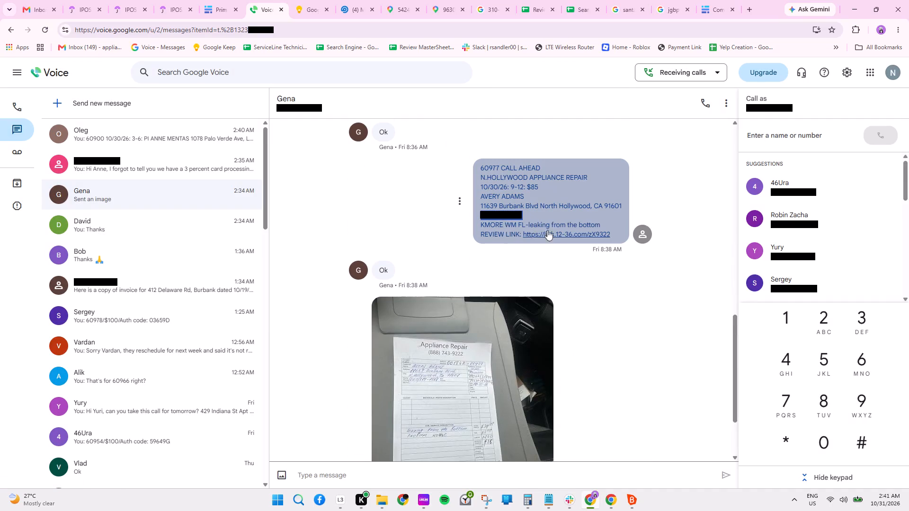
pyautogui.click(795, 132)
pyautogui.rightClick(795, 142)
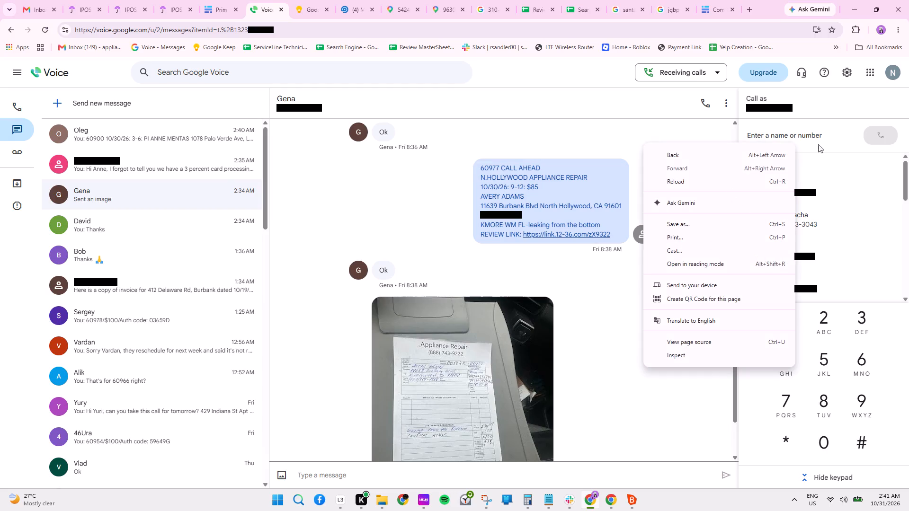
pyautogui.click(827, 136)
pyautogui.rightClick(811, 138)
pyautogui.click(744, 255)
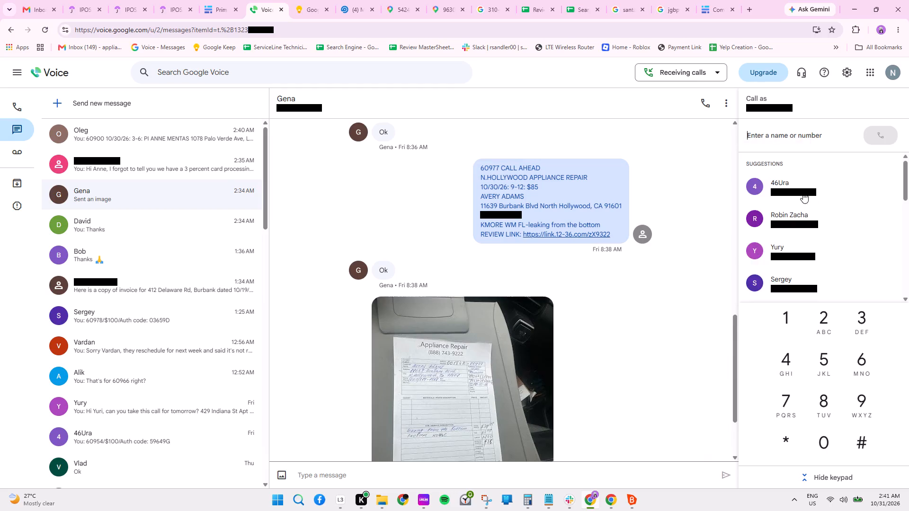
pyautogui.click(878, 133)
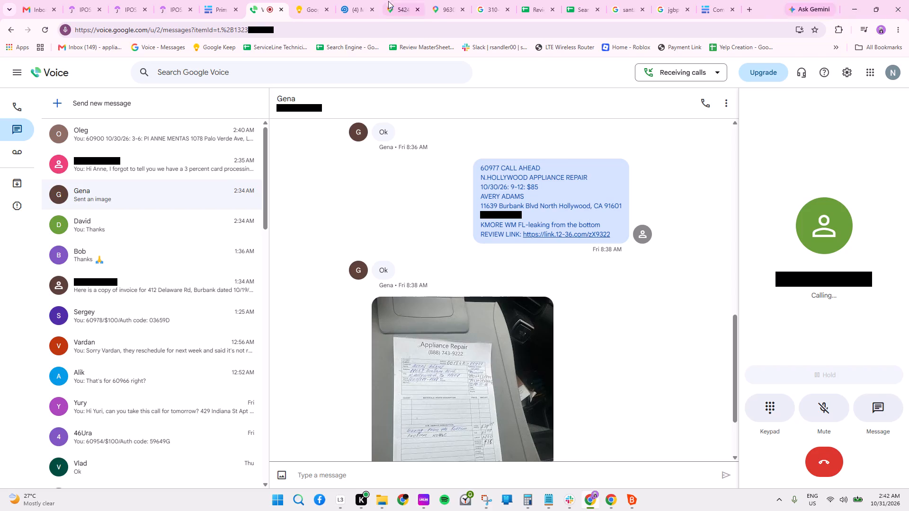
pyautogui.click(440, 388)
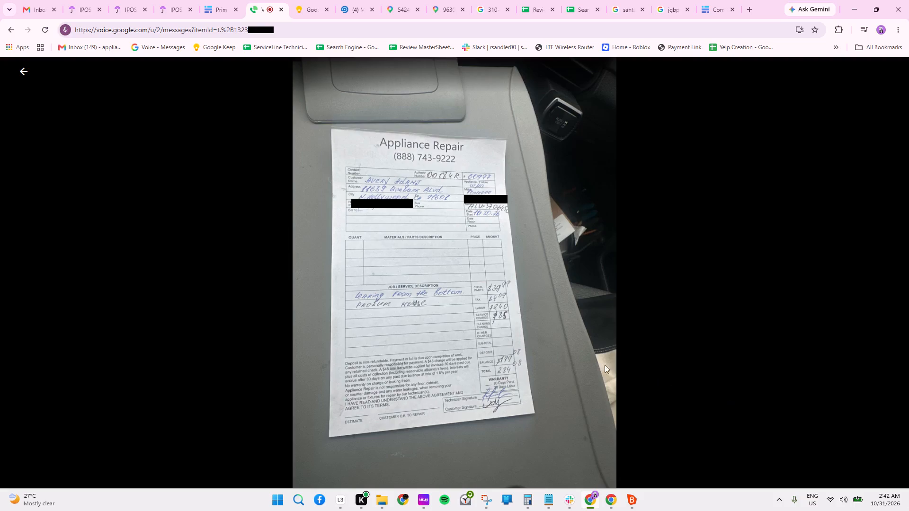
pyautogui.click(24, 70)
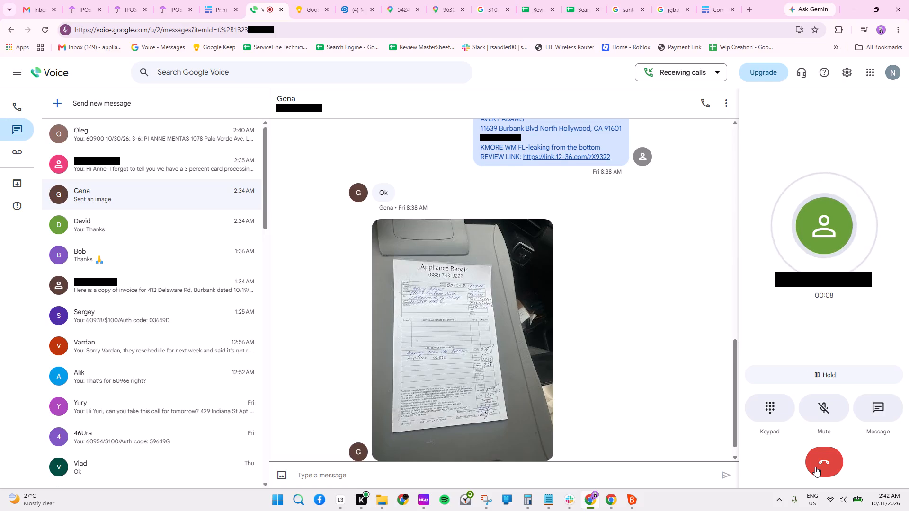
pyautogui.scroll(1, 547, 347)
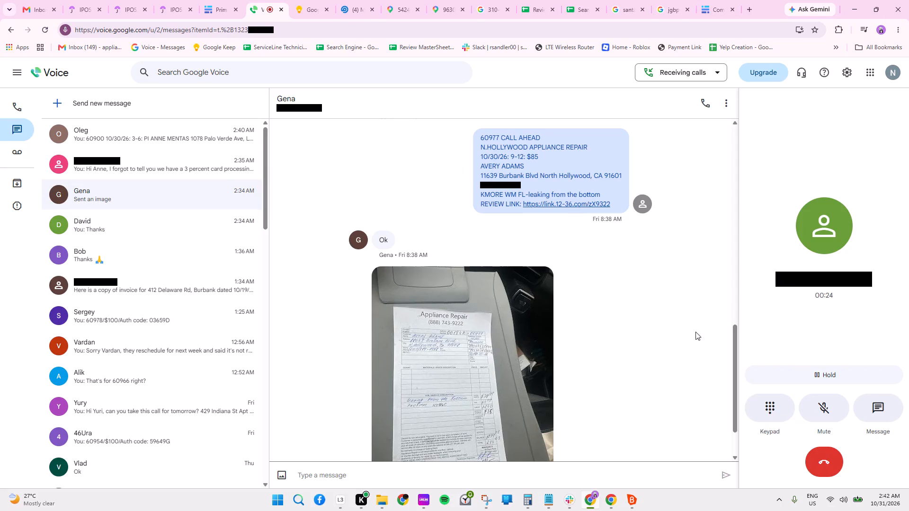
# Enter 1 and # as keypad tones in the ongoing call, and end the call.
pyautogui.click(779, 405)
pyautogui.click(785, 285)
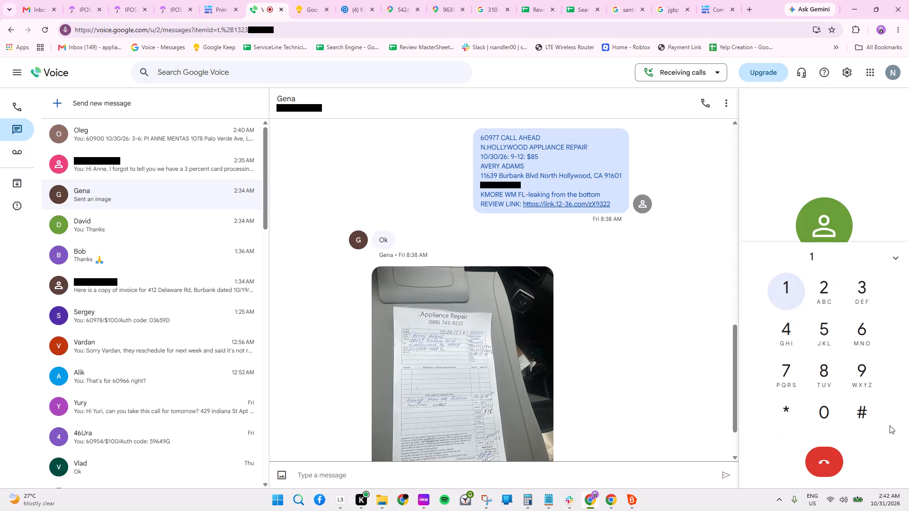
pyautogui.click(867, 415)
pyautogui.click(459, 471)
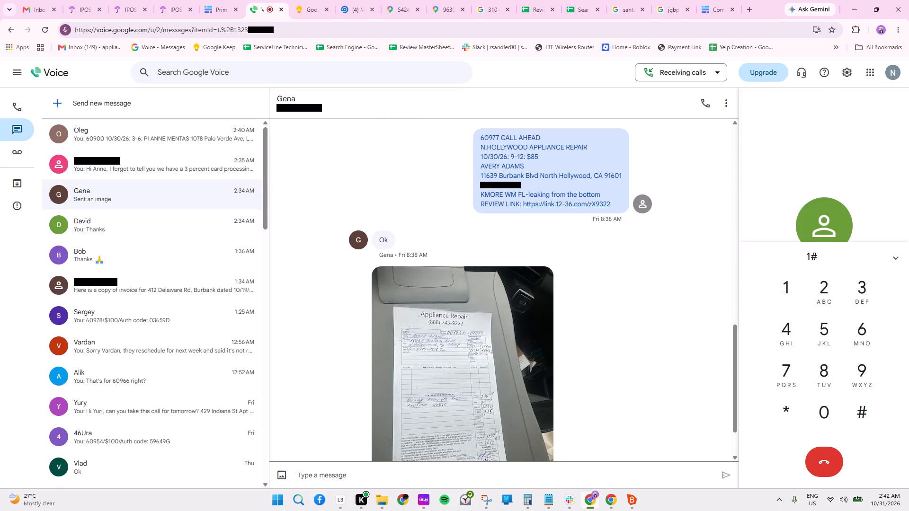
pyautogui.write("She's")
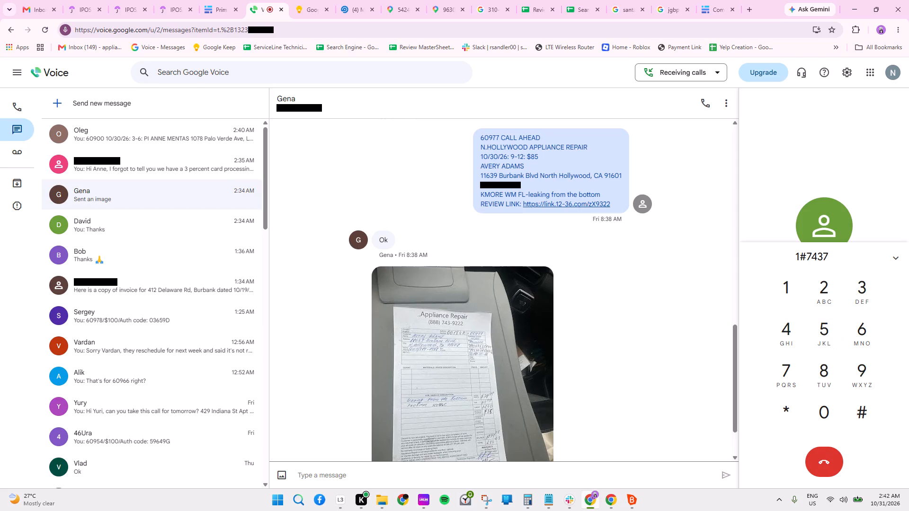
pyautogui.click(854, 414)
pyautogui.click(817, 461)
# Draft a message to Gena beginning "She's not an".
pyautogui.click(425, 477)
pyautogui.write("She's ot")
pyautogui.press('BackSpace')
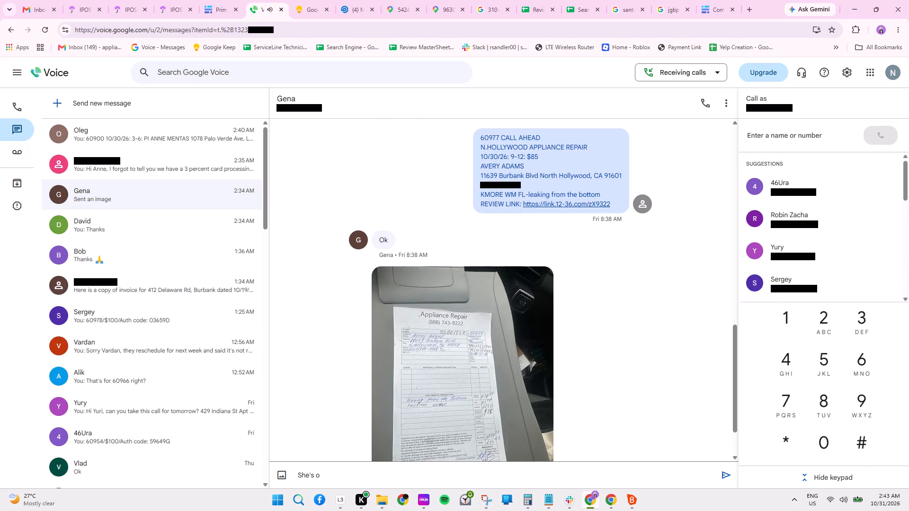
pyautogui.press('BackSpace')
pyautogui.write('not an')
# Complete and send the message to Gena reading "She's not answering Greg. I left a message for now.".
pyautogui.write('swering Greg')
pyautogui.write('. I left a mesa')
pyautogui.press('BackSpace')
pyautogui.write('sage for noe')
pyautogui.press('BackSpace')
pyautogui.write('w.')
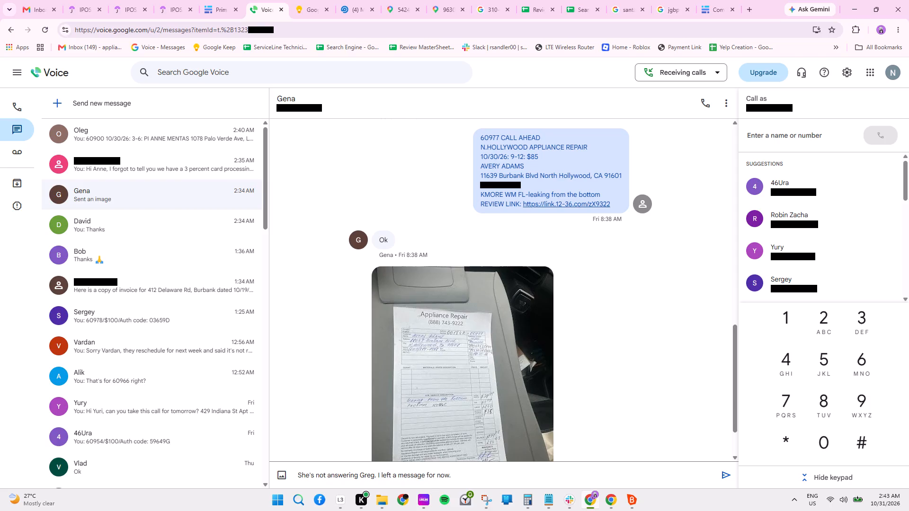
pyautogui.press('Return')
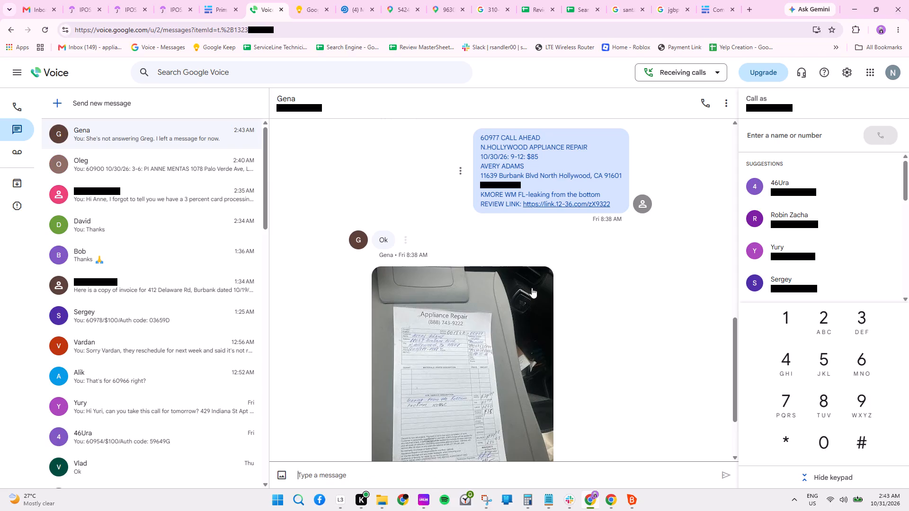
pyautogui.scroll(-9, 535, 302)
pyautogui.click(492, 483)
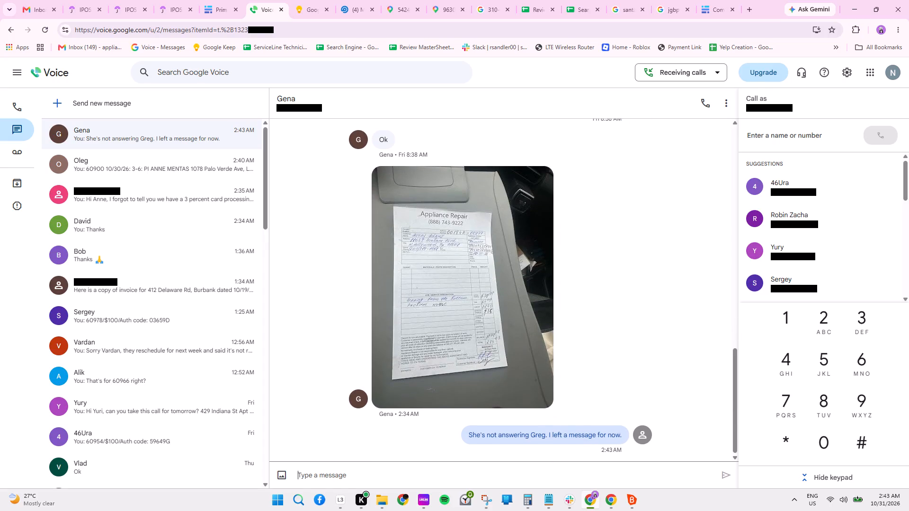
# Look over the Call Log, the card receipts for invoices 60978 and 60900, and the iPOSpays payment page.
pyautogui.click(217, 3)
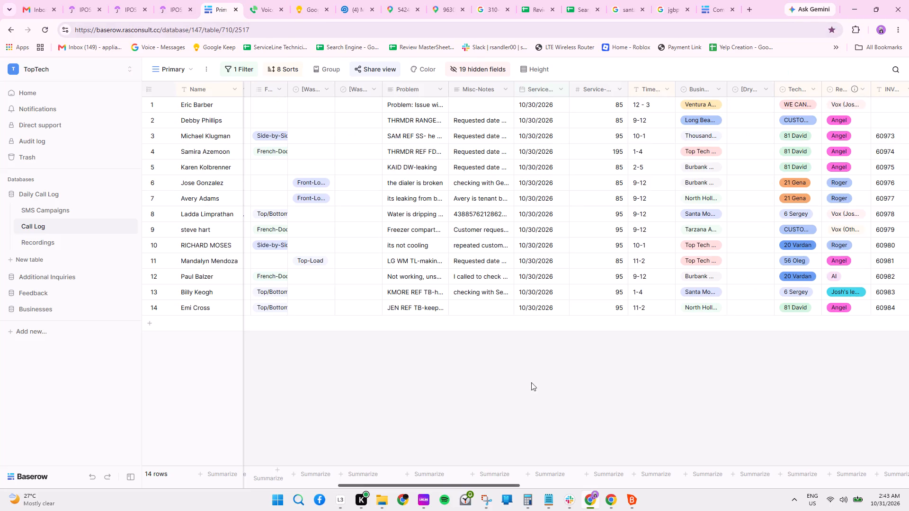
pyautogui.click(598, 383)
pyautogui.click(165, 15)
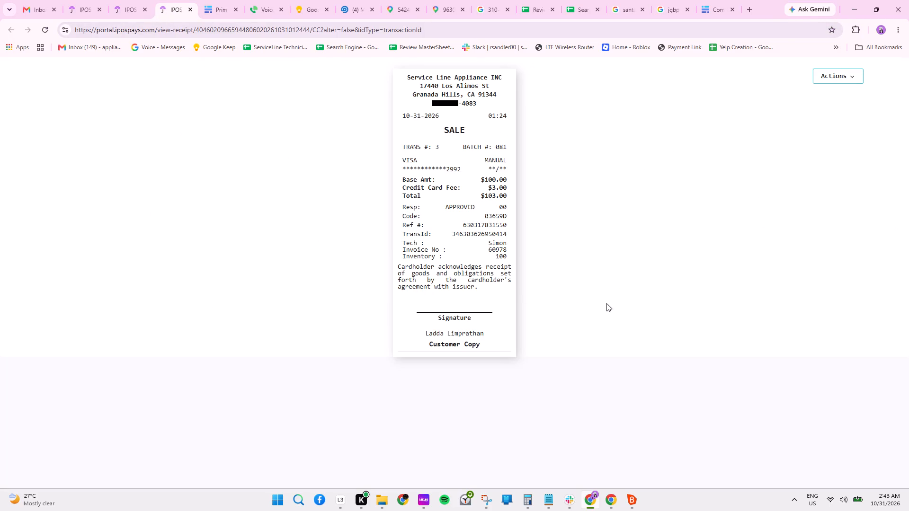
pyautogui.click(134, 13)
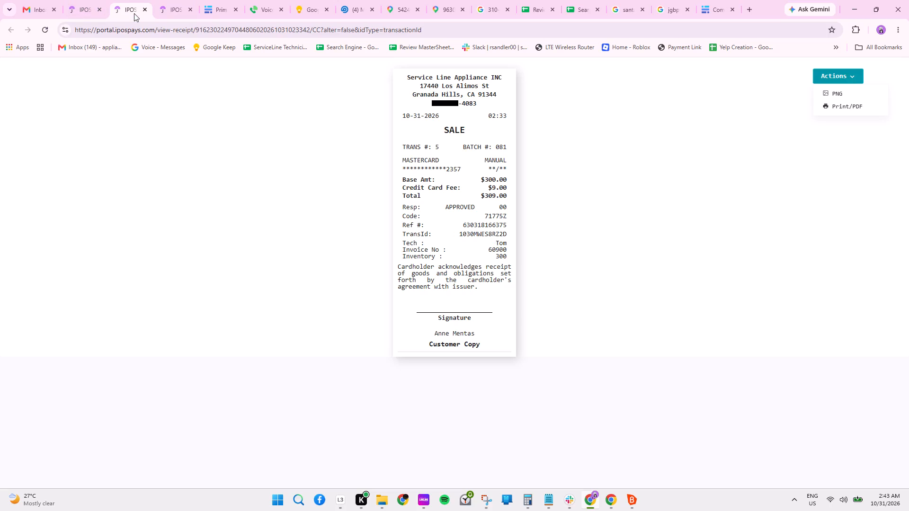
pyautogui.click(80, 9)
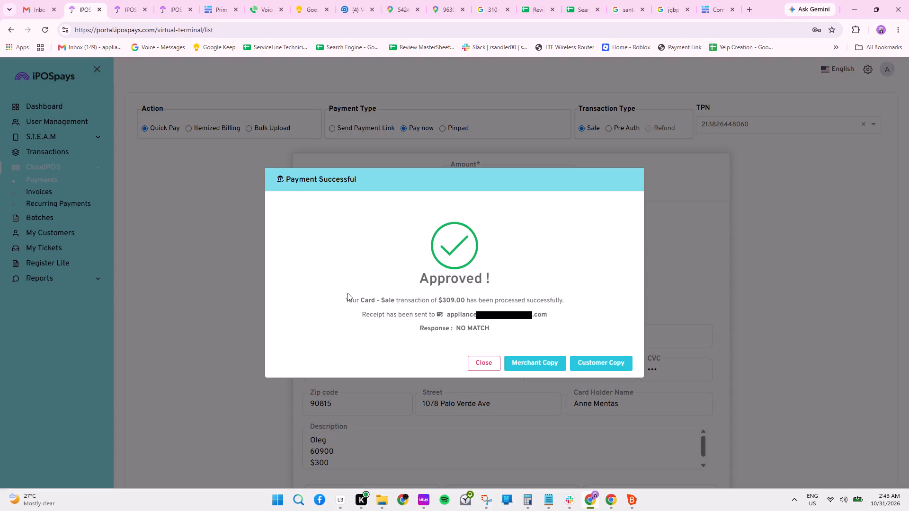
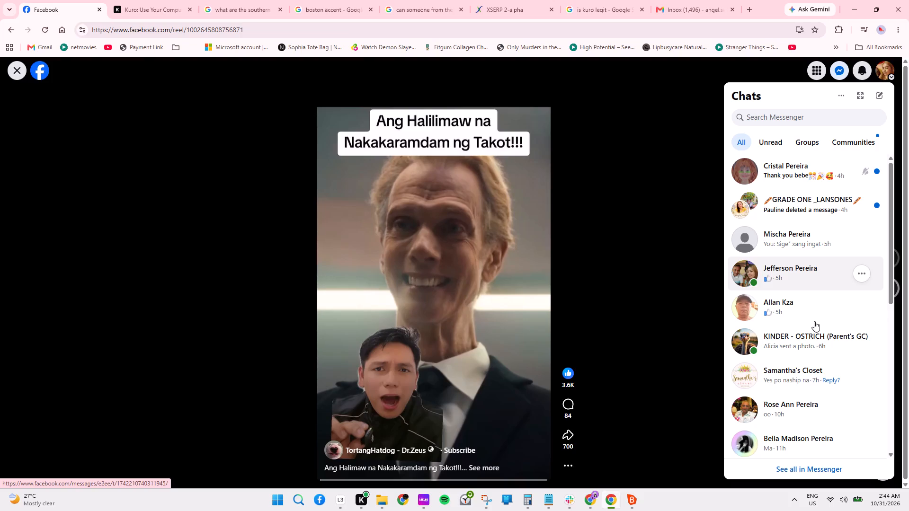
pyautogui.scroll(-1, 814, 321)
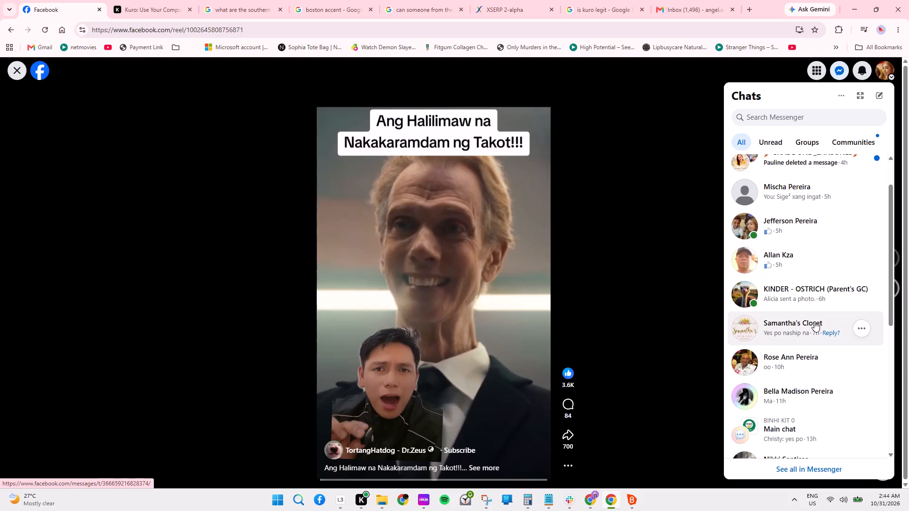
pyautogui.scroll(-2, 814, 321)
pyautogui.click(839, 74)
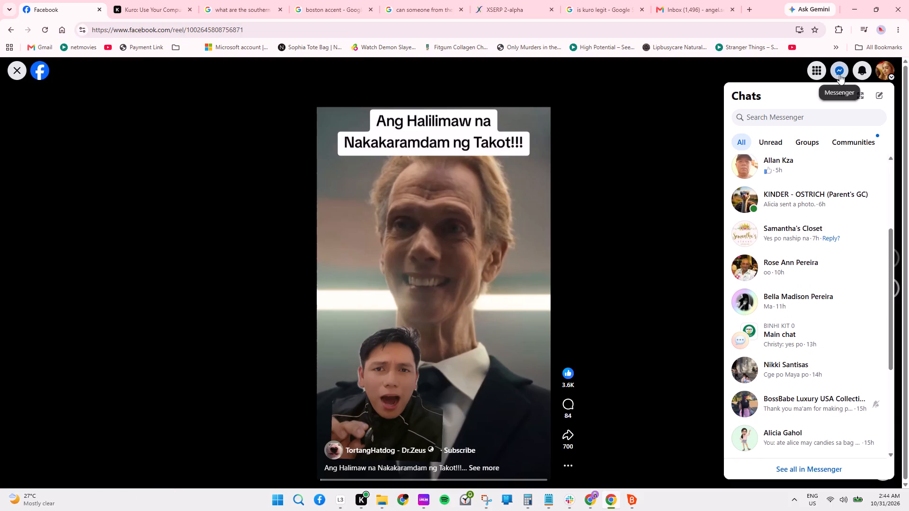